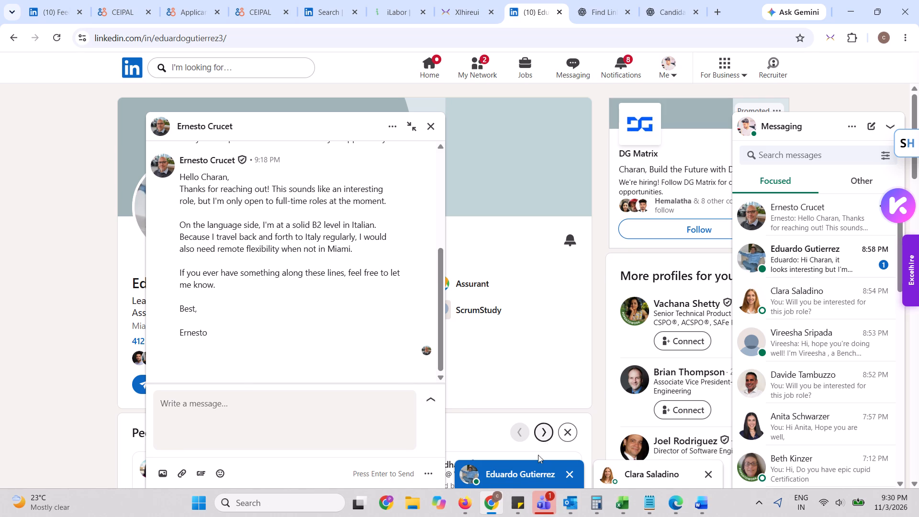
In the chat with the Assurant Lead Business System Analyst, draft a reply beginning "Thank you please let me know if".
left_click(531, 470)
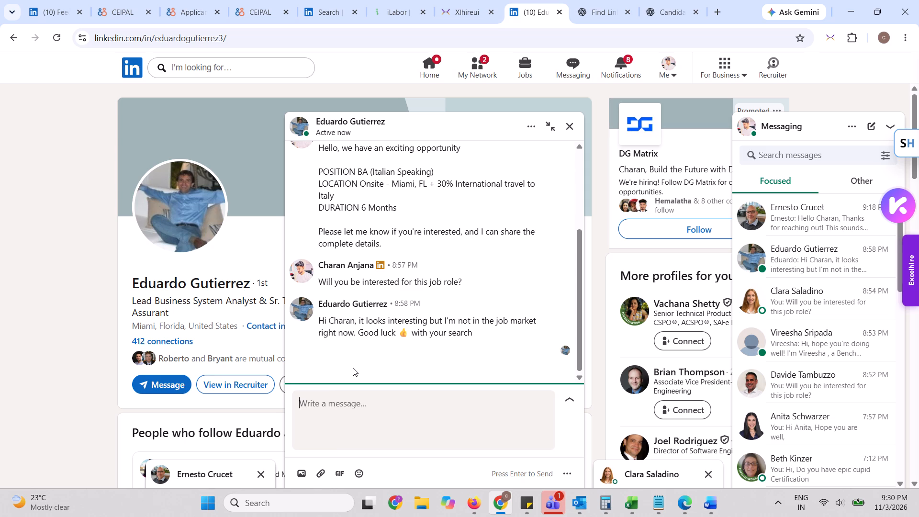
left_click(365, 421)
type("Thank hyou")
key("BackSpace")
key("BackSpace")
key("BackSpace")
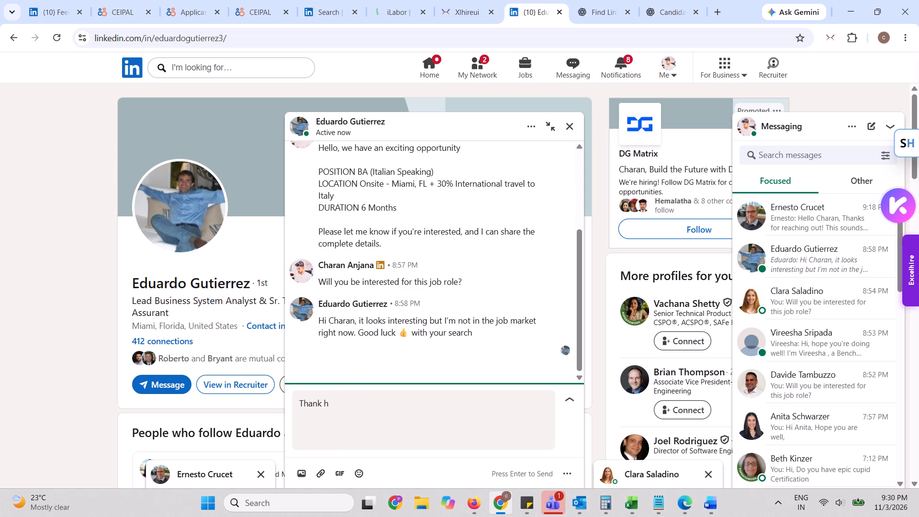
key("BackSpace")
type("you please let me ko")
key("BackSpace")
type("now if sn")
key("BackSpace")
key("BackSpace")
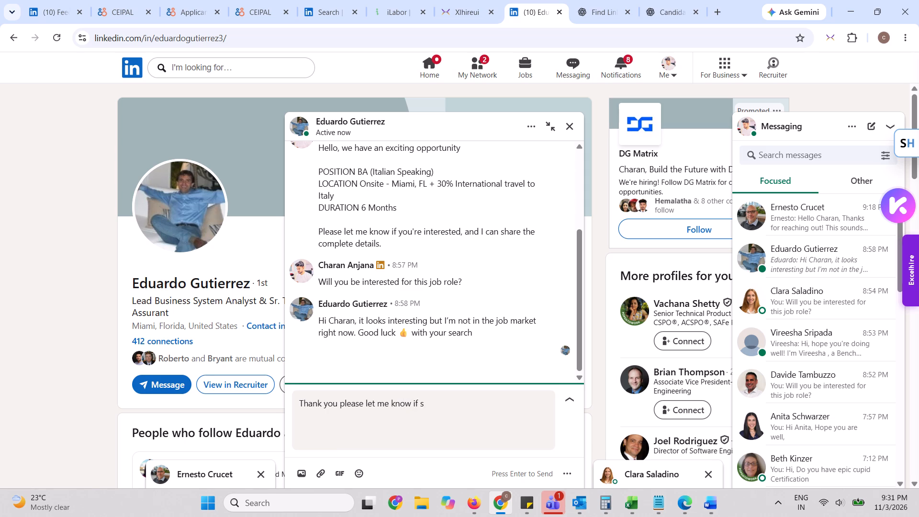
Complete the reply with "anyone in your contact who might be good fit", send it and close that conversation.
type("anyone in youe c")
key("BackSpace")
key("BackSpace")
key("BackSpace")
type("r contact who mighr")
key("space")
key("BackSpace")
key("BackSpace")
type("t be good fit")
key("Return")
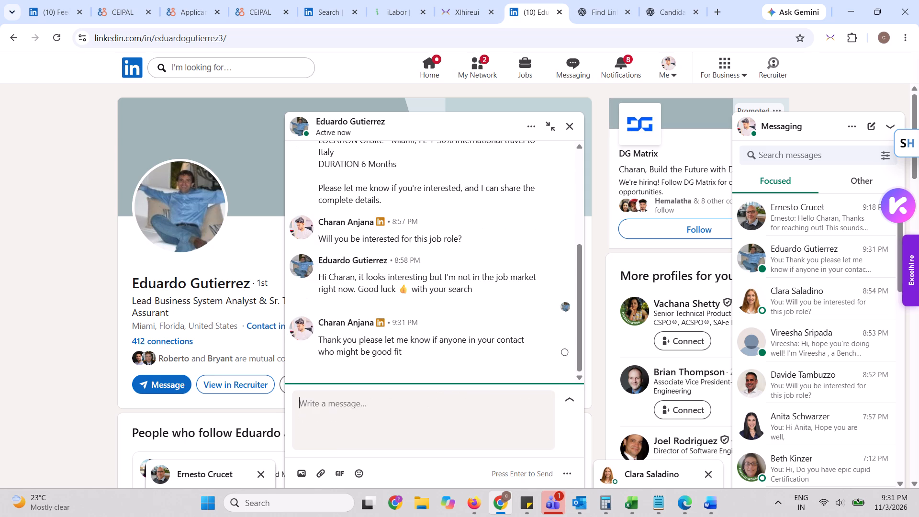
left_click(571, 119)
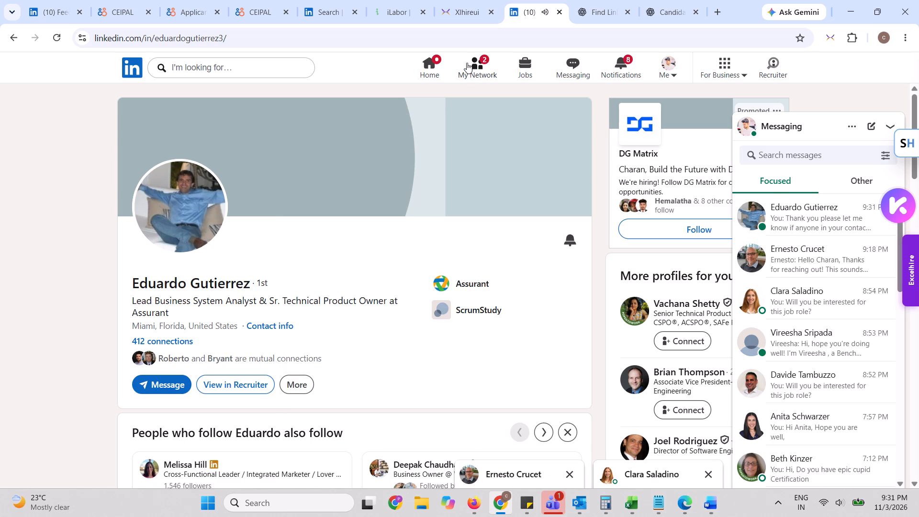
Open the full list of network connections and look through the most recently connected people and their job titles.
left_click(473, 65)
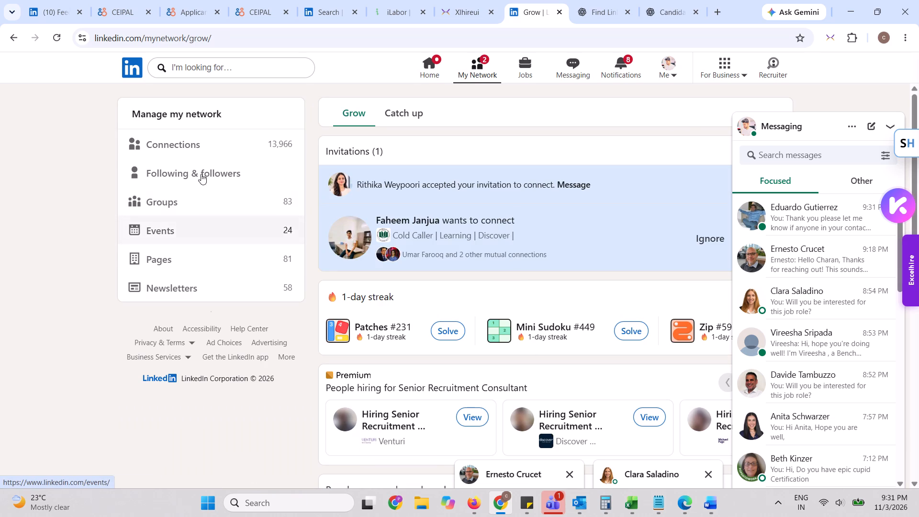
left_click(190, 140)
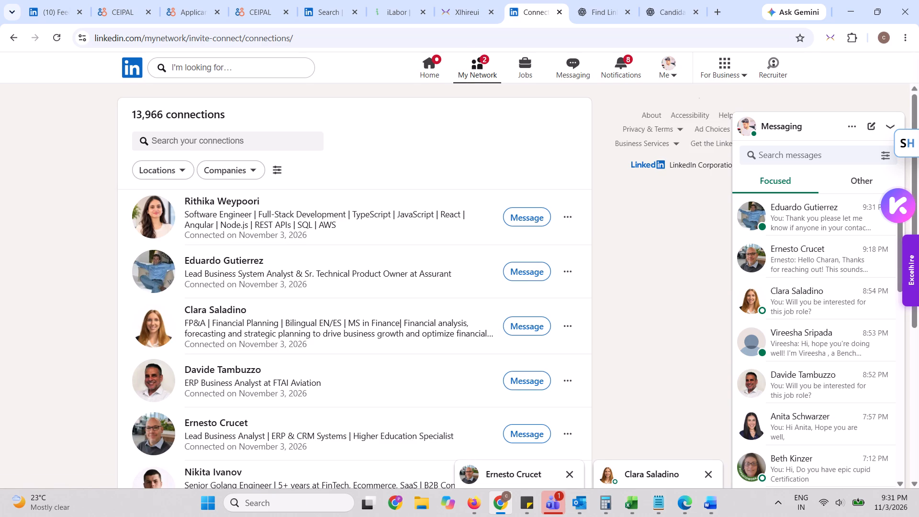
scroll(238, 240, "down", 3)
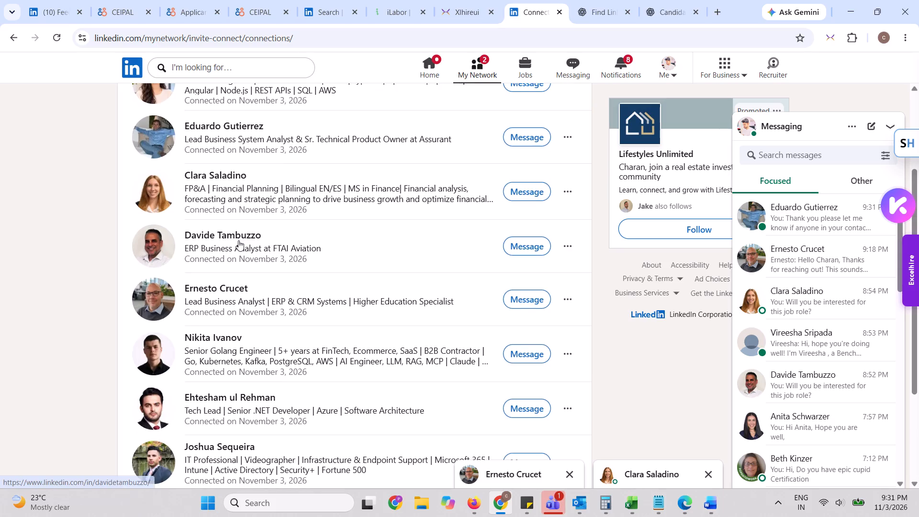
scroll(238, 240, "down", 4)
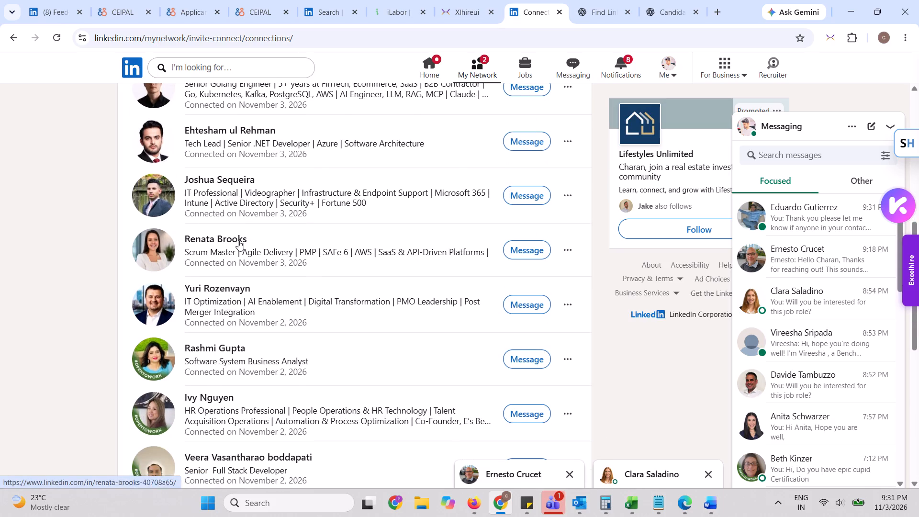
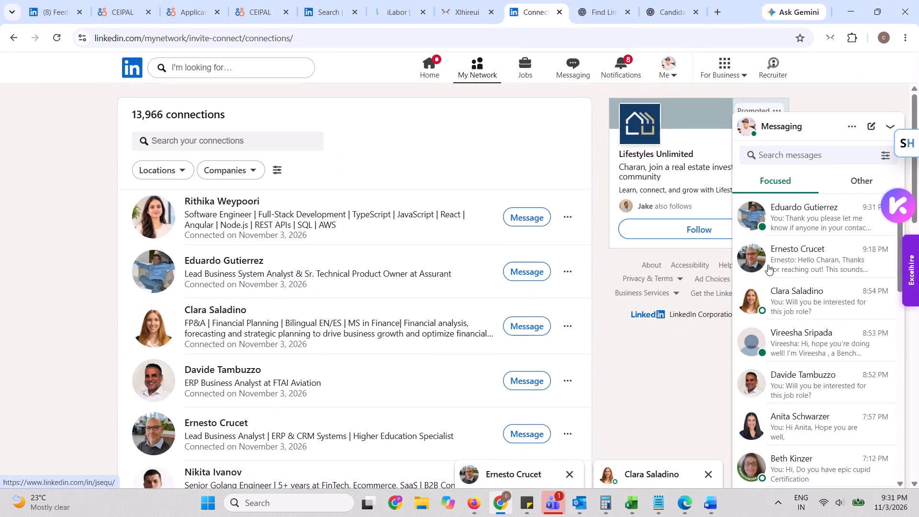
Open the chat with the ERP & CRM Lead Business Analyst and draft a reply beginning "That remote f".
left_click(791, 258)
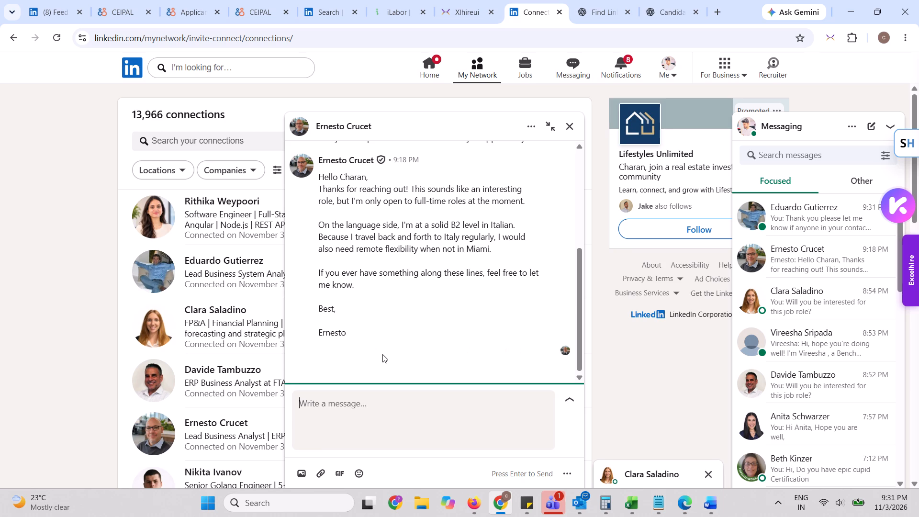
left_click(359, 422)
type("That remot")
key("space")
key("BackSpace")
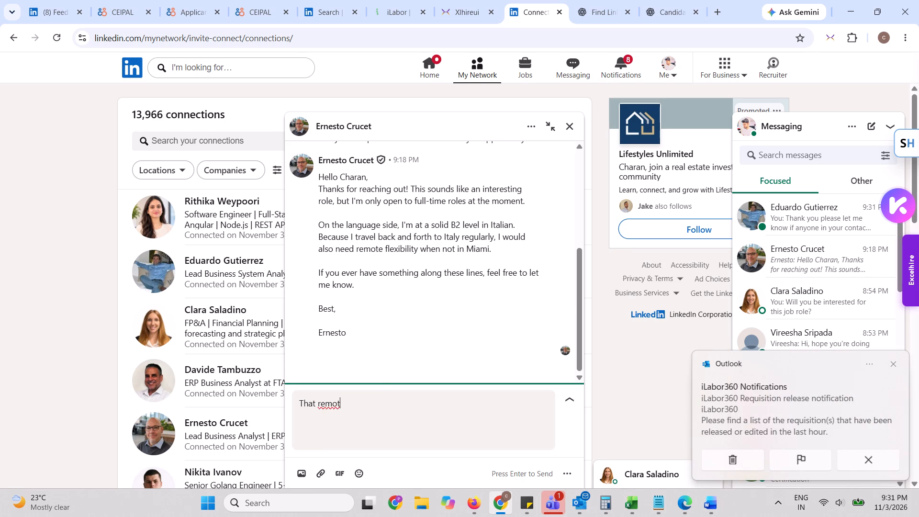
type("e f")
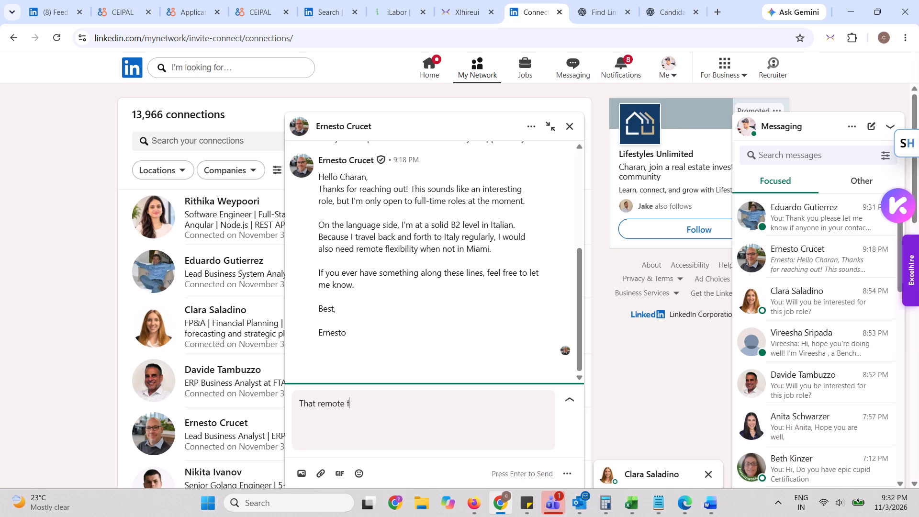
In the chat with the Lead Business Analyst seeking remote flexibility, continue the reply to read "That remote fiexibility you can discuss with the co".
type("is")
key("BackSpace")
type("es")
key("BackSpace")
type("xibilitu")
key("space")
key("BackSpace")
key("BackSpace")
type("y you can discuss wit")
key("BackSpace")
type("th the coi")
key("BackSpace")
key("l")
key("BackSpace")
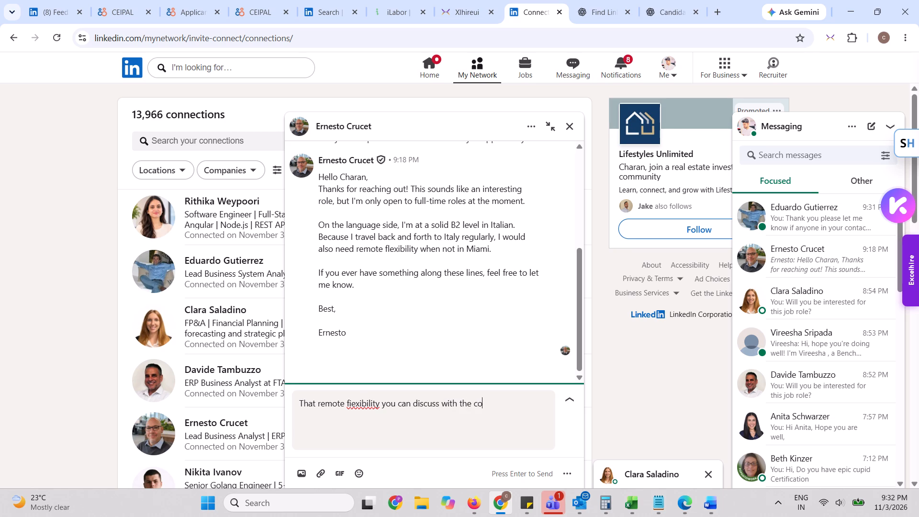
Complete the reply with "client", replace the misspelled "fiexibility" with the suggestion "fixability", and send the message.
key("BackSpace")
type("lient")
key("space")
right_click(352, 405)
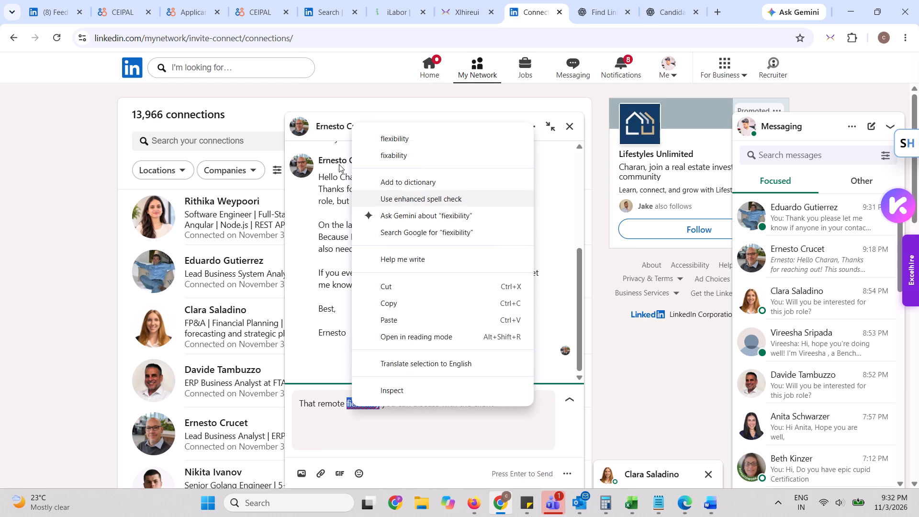
left_click(423, 156)
key("Return")
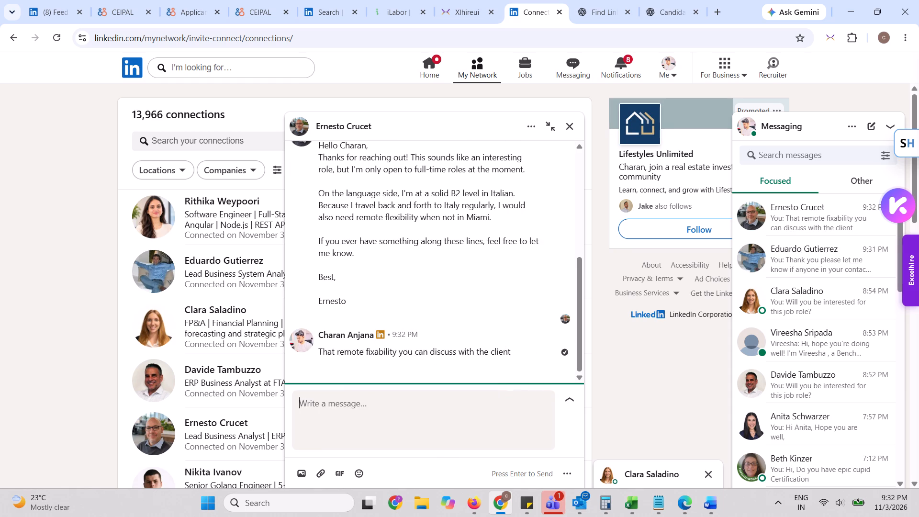
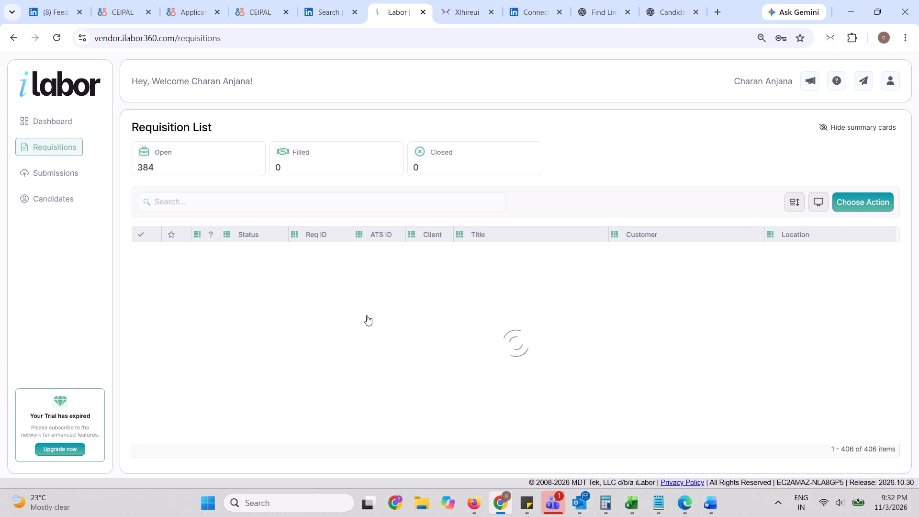
In the iLabor requisition list, examine the location, start and end dates, duration and C2C rate of the open requisitions.
scroll(357, 362, "left", 3)
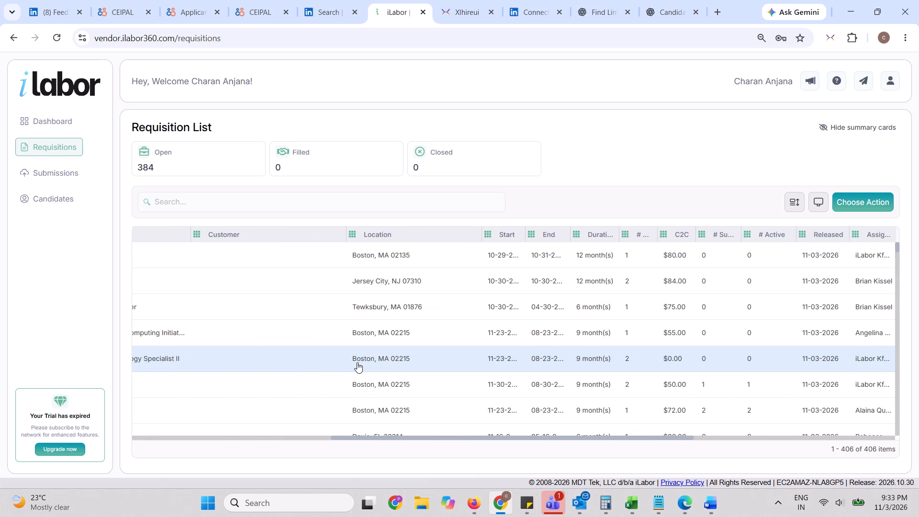
scroll(357, 362, "left", 2)
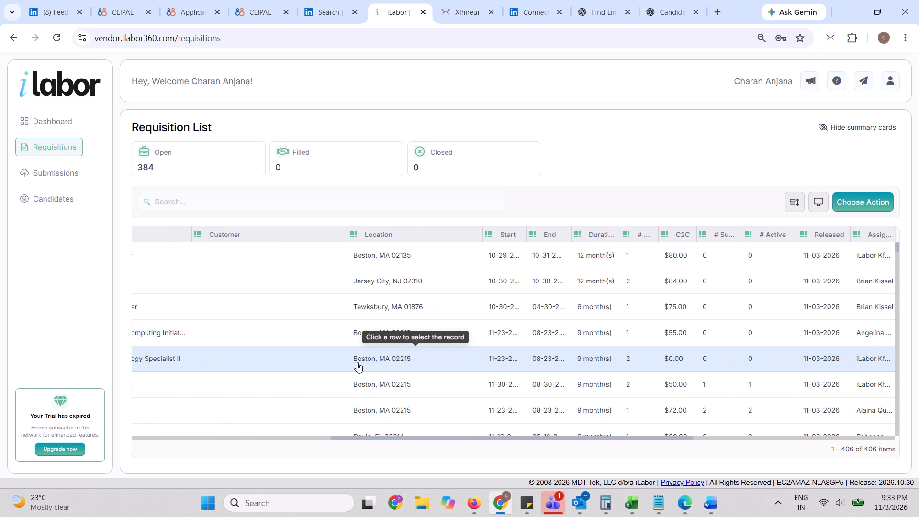
Open requisition 165838, Learning and Event Technology Specialist II in Boston, from the requisition list.
scroll(357, 362, "right", 6)
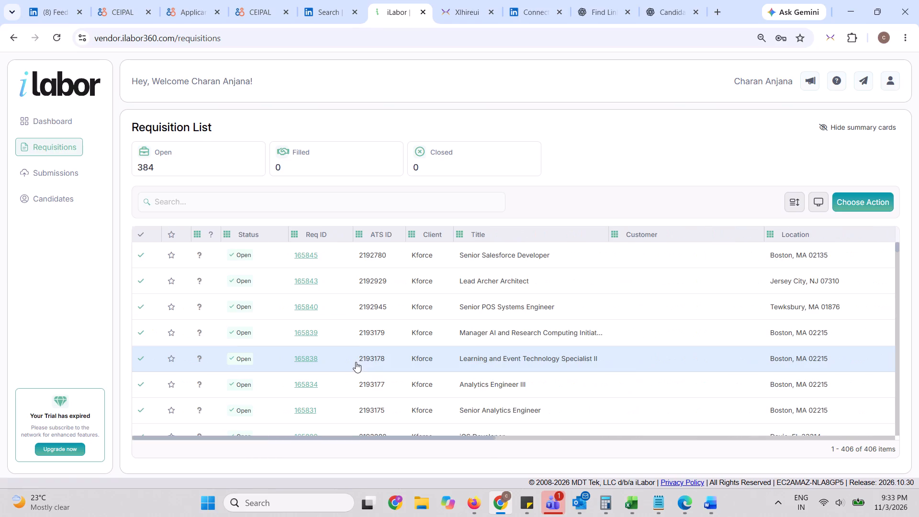
left_click(309, 357)
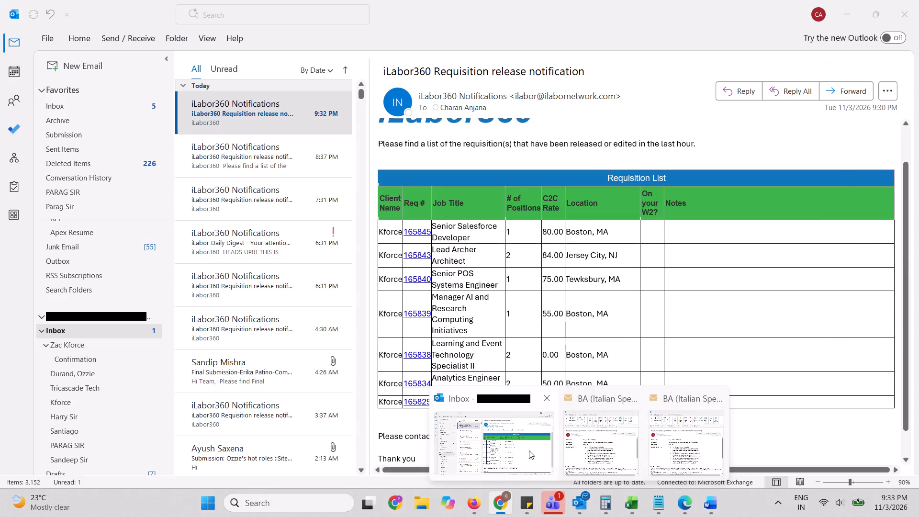
Review requisition 165838's general details, including the job description, projected dates, duration, W2 requirement, positions, location and primary skills.
scroll(329, 302, "down", 2)
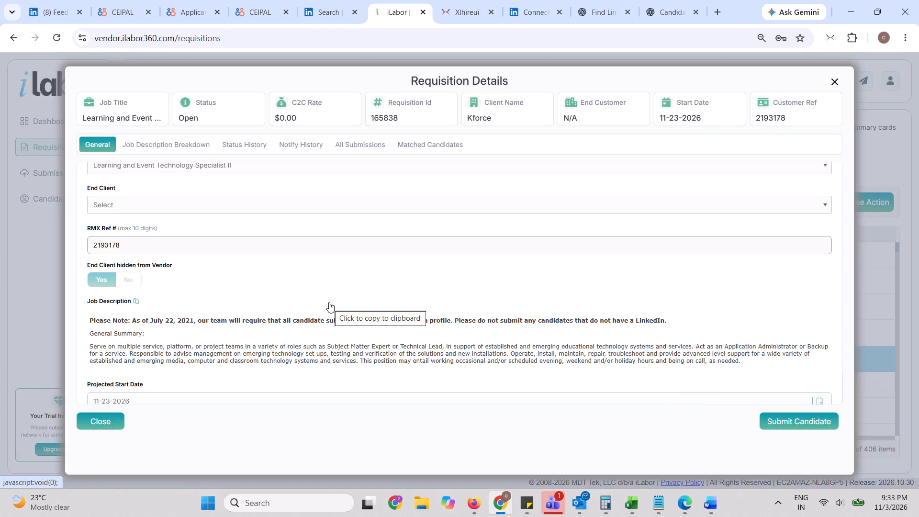
scroll(329, 302, "down", 3)
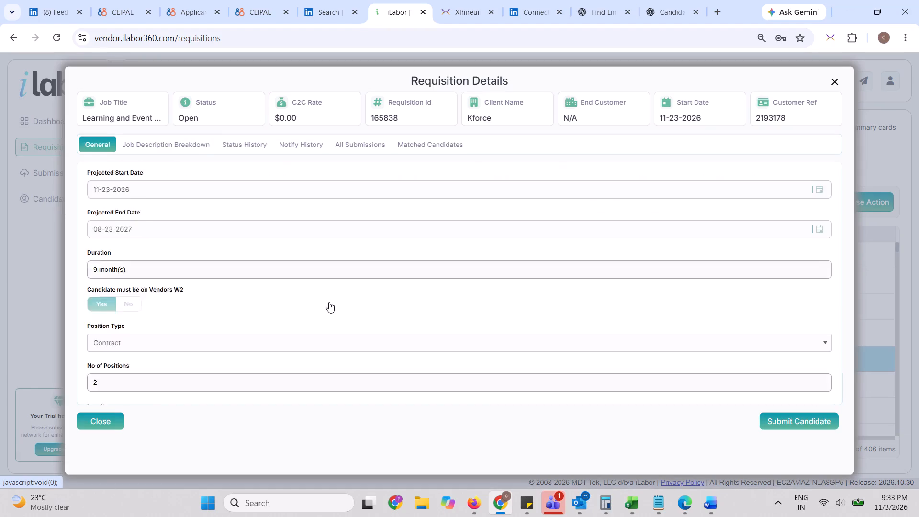
scroll(329, 302, "down", 6)
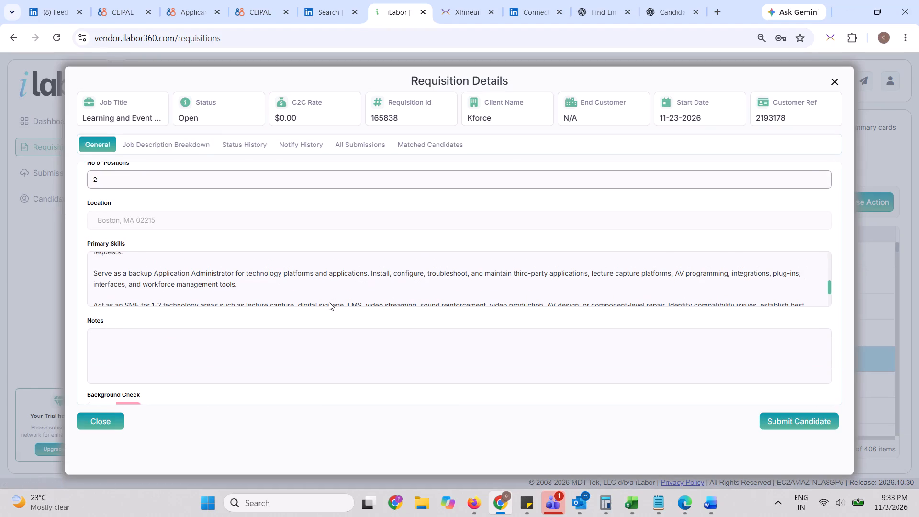
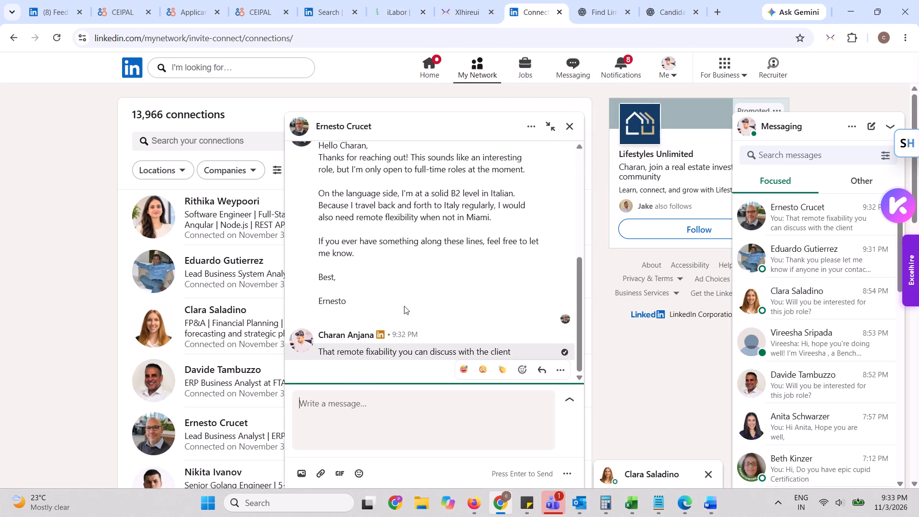
Close the chat with the Lead Business Analyst and open the conversation with the bilingual FP&A contact about the Italian-speaking BA role.
left_click(567, 121)
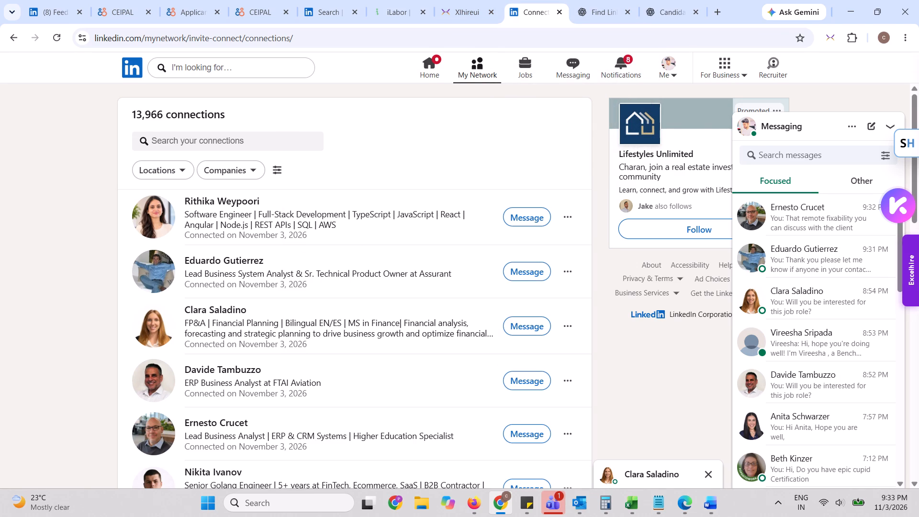
left_click(822, 315)
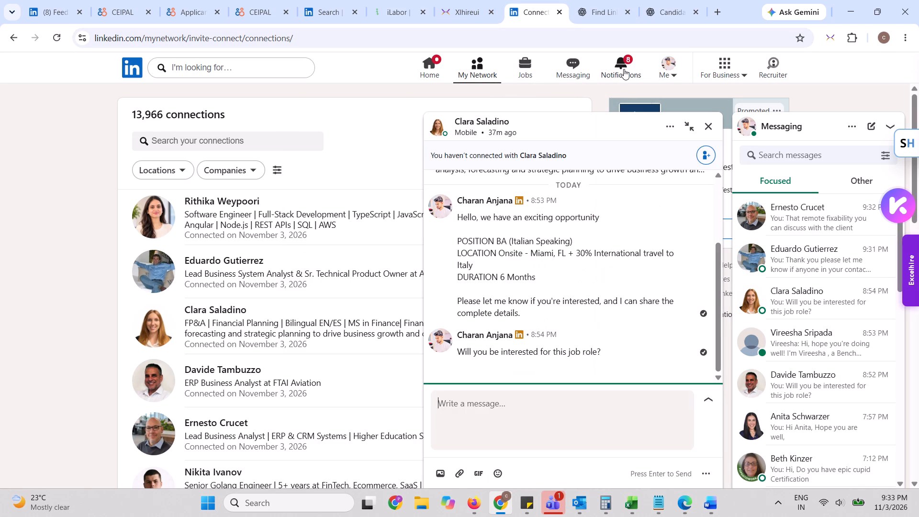
Open the LinkedIn notifications page.
left_click(622, 74)
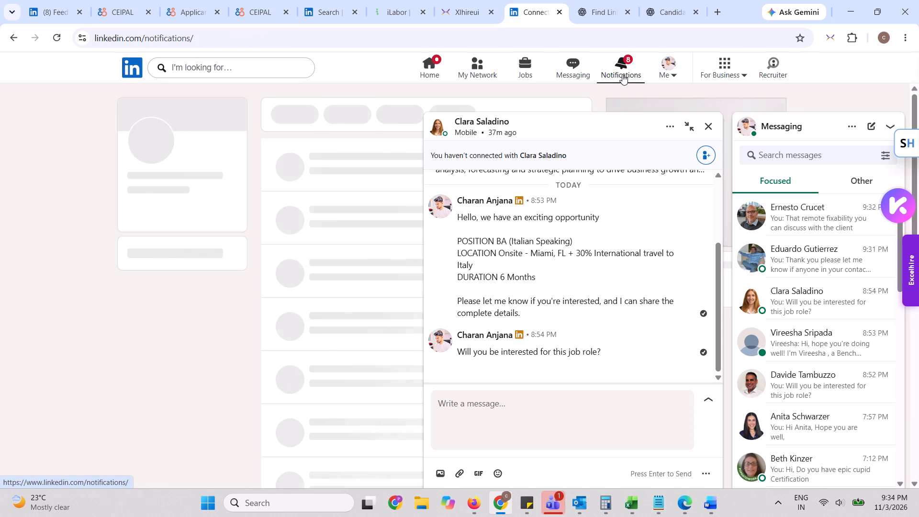
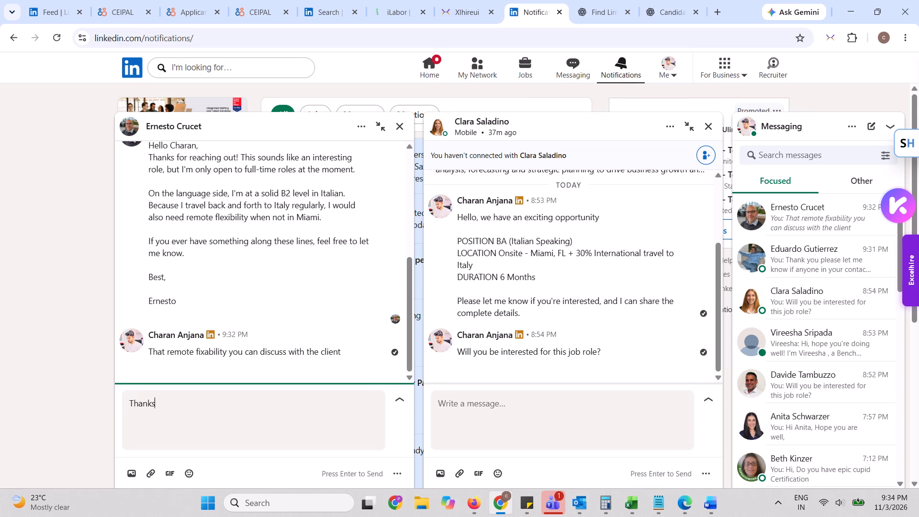
Complete and send the reply to the contact seeking remote flexibility: "Thanks please let me know if anyone in your contact who might be good fit".
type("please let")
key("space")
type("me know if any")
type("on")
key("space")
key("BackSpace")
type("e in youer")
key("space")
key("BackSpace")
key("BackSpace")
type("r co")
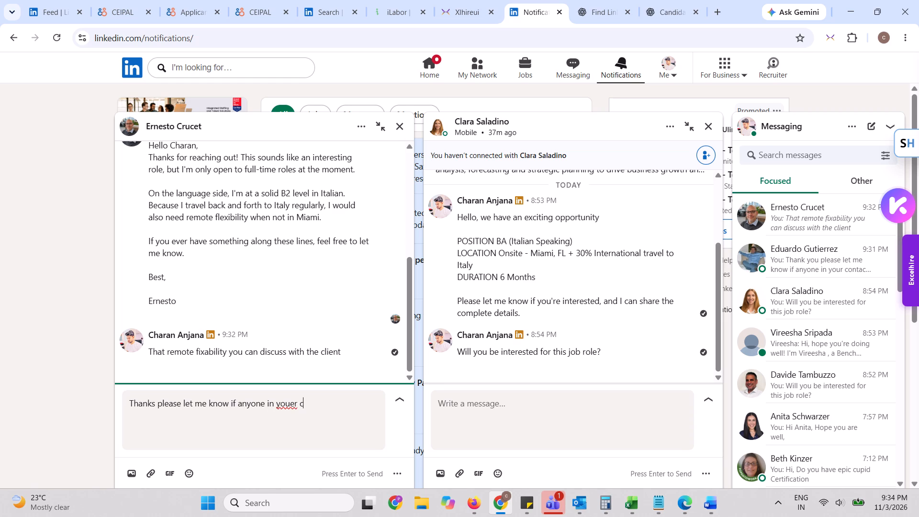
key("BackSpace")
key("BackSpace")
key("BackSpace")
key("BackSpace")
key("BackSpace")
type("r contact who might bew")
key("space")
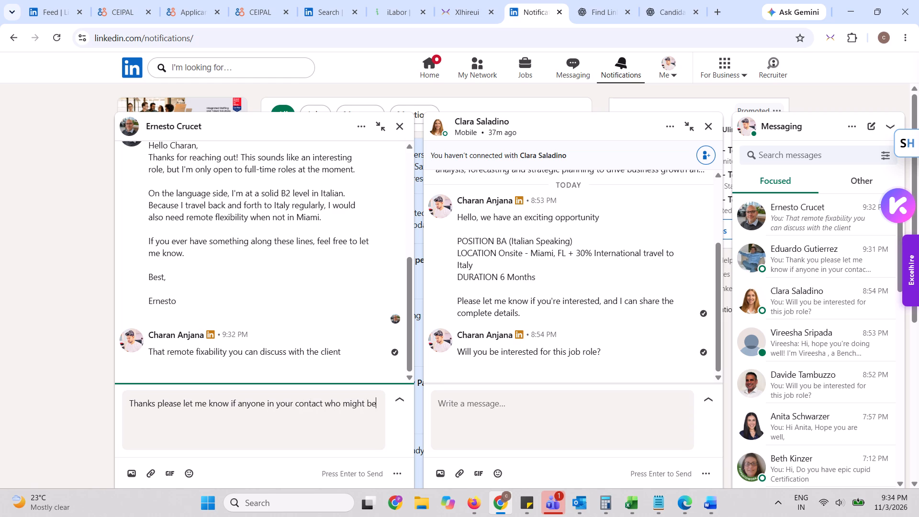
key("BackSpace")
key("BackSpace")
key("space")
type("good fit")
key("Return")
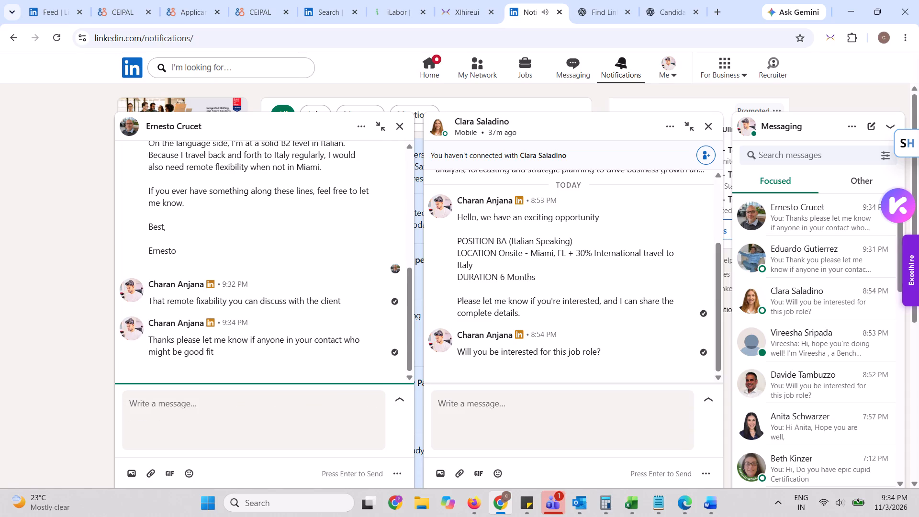
Close the candidate conversation about remote flexibility and minimize the other open chat about the Italian-speaking BA role.
left_click(400, 131)
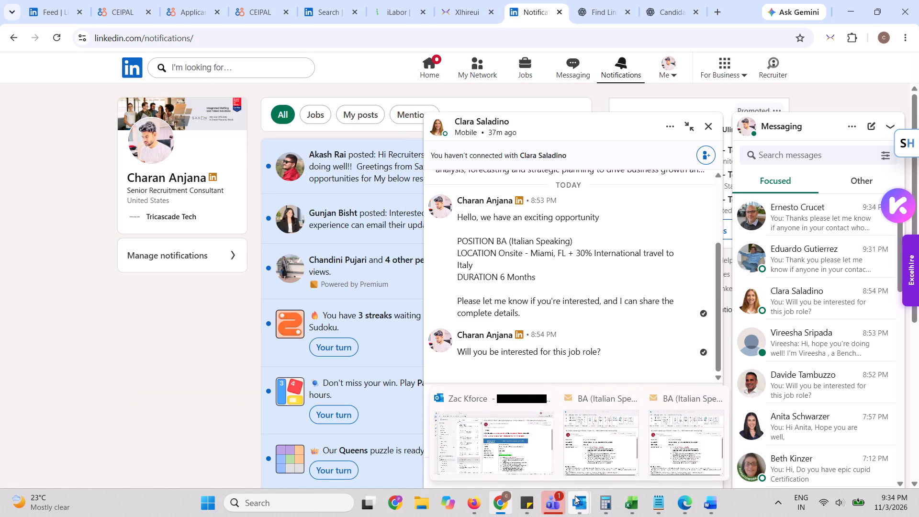
left_click(593, 122)
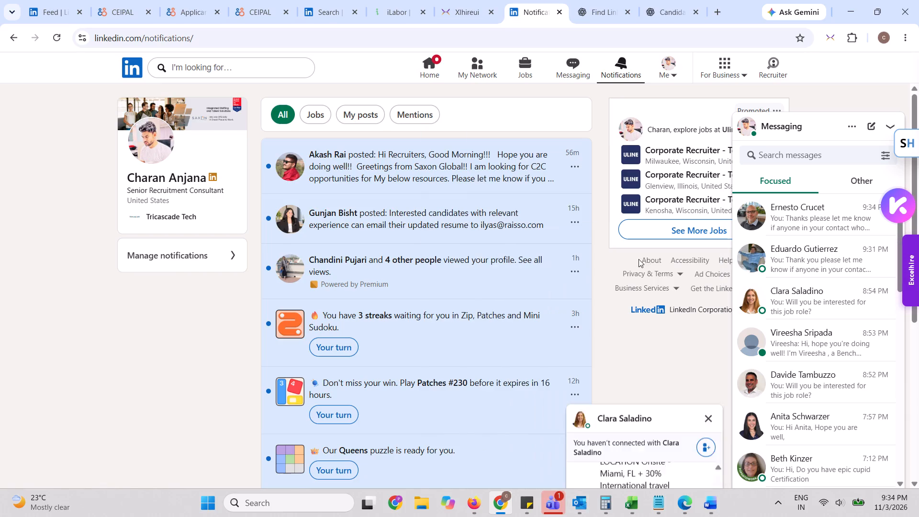
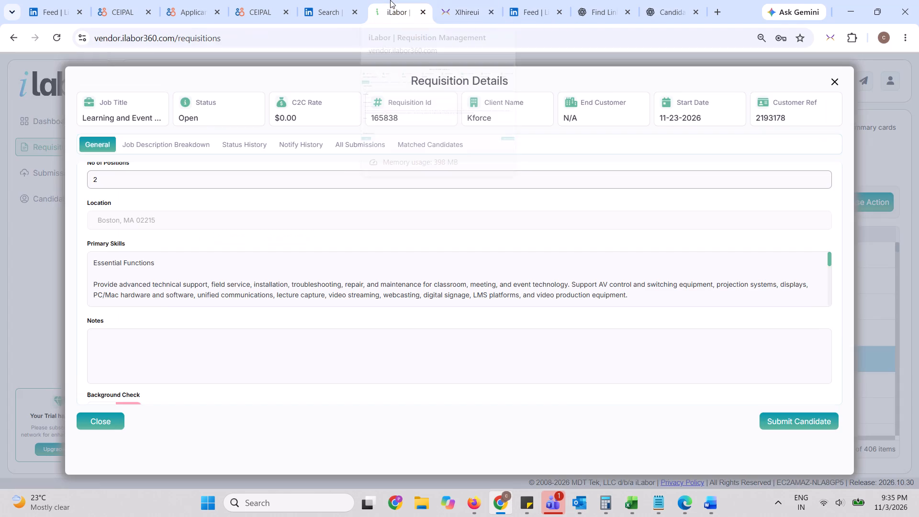
Return to the LinkedIn people search, review the latest messages in the conversation with the candidate seeking remote flexibility, and close it.
left_click(341, 0)
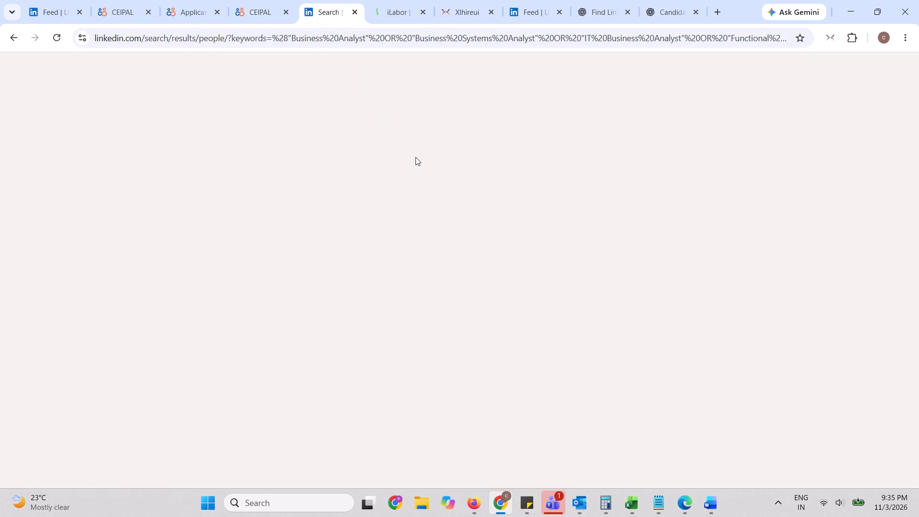
scroll(426, 247, "down", 2)
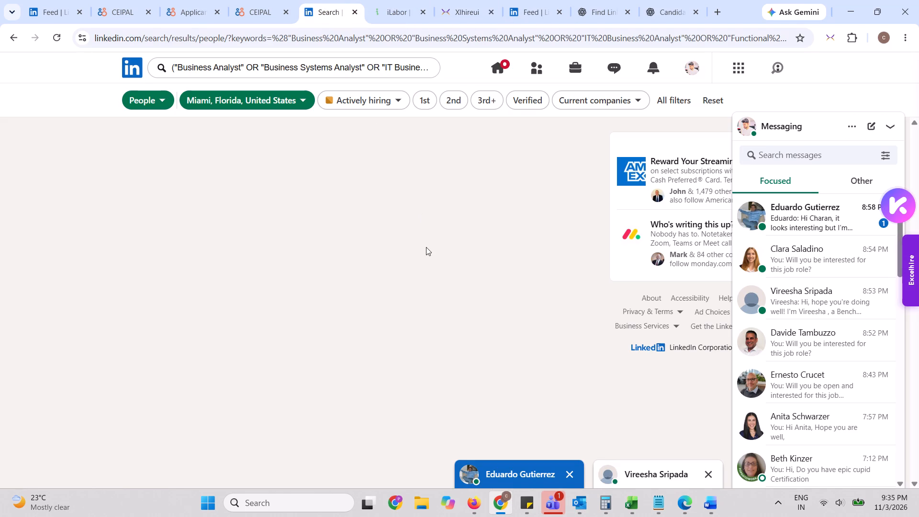
scroll(426, 247, "down", 1)
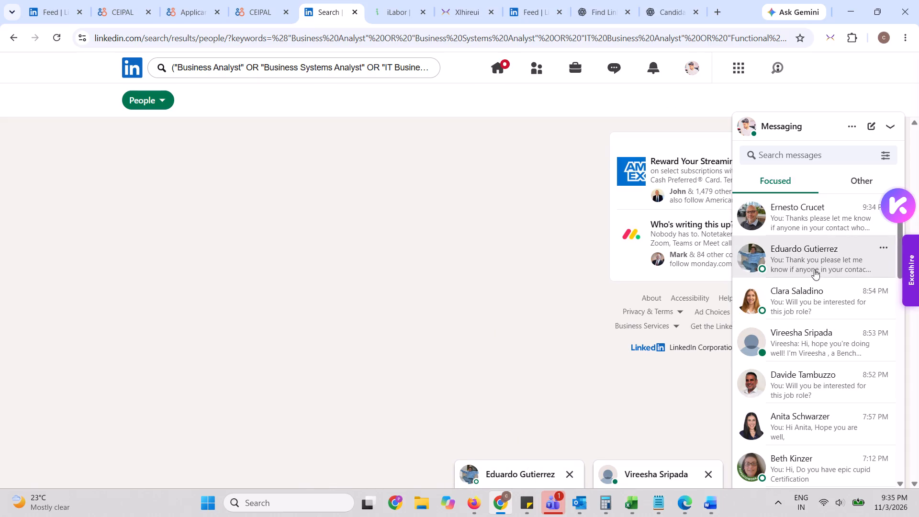
left_click(832, 219)
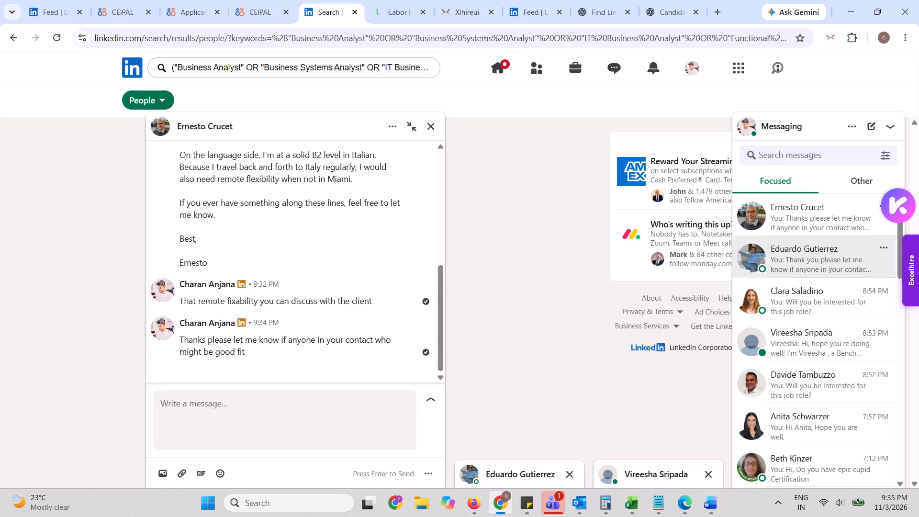
left_click(429, 127)
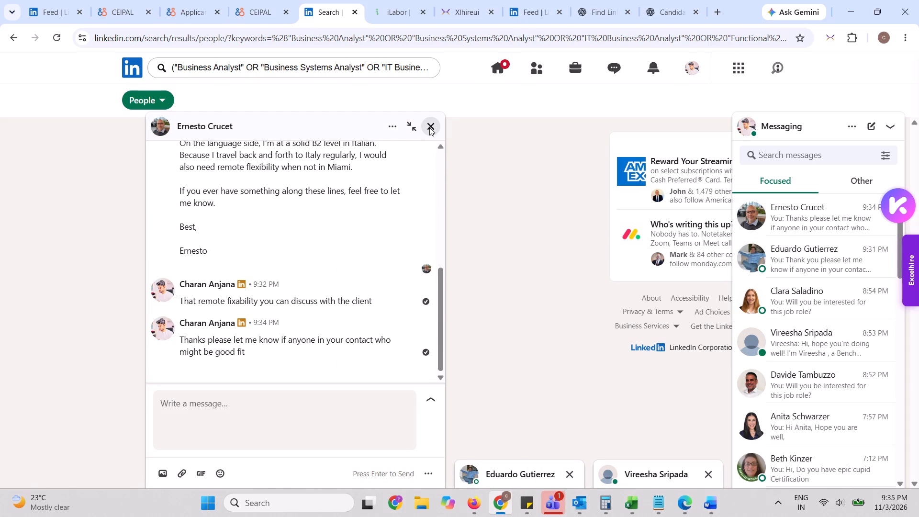
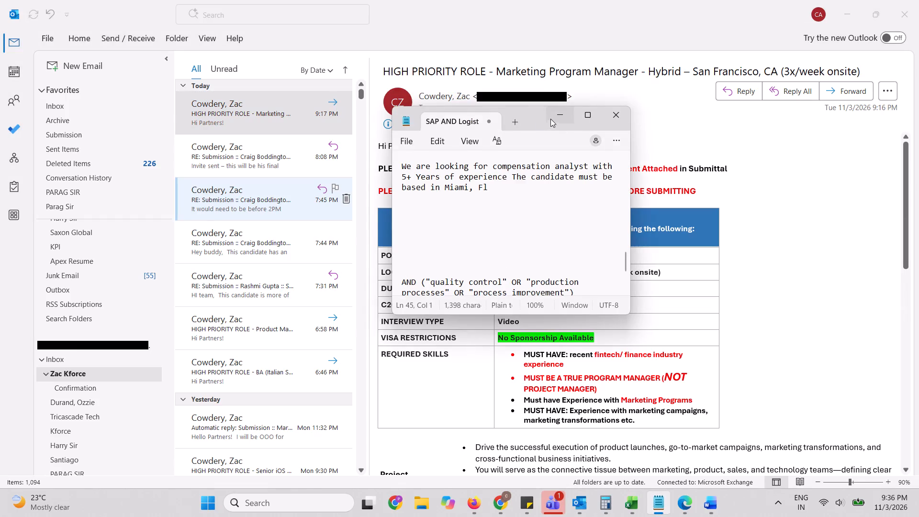
In the Notepad notes, above the "quality control" line, write the search string "Program Manager" AND "Finance" AND "Marketing".
left_click_drag(536, 120, 275, 114)
key("Up")
key("Up")
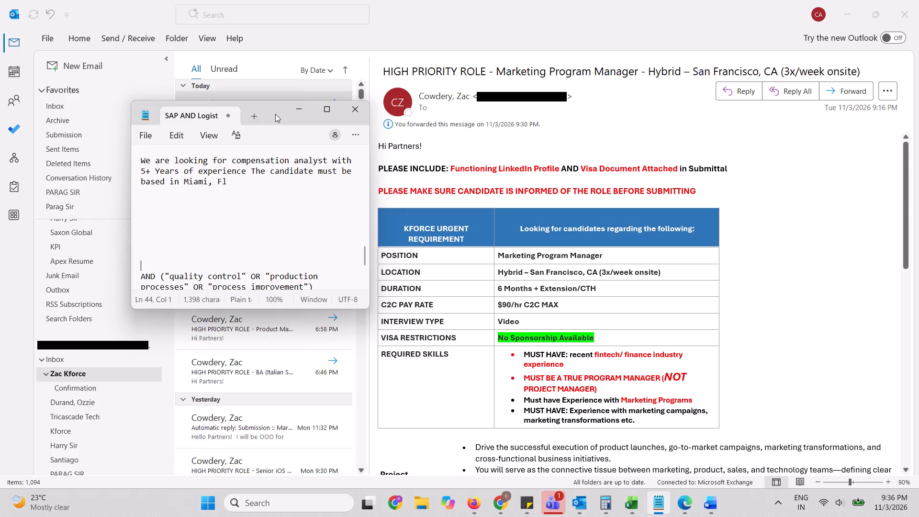
key("Up")
key("Up")
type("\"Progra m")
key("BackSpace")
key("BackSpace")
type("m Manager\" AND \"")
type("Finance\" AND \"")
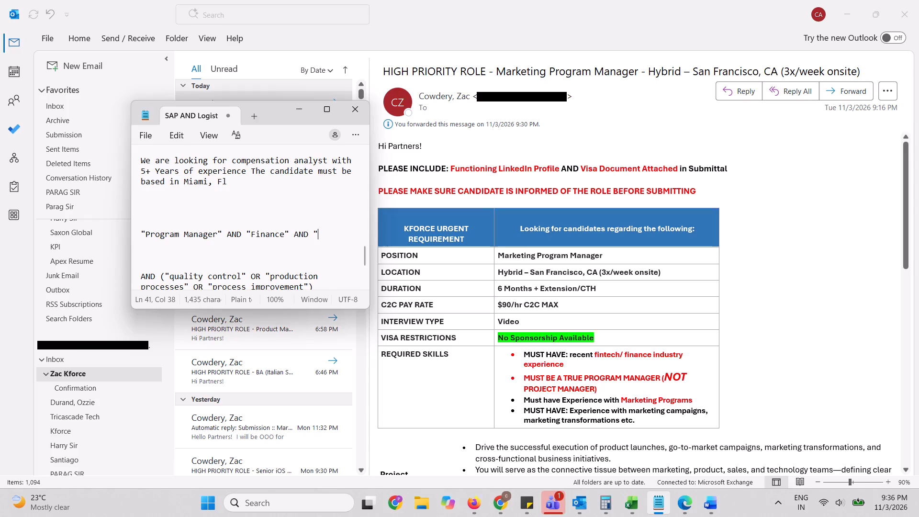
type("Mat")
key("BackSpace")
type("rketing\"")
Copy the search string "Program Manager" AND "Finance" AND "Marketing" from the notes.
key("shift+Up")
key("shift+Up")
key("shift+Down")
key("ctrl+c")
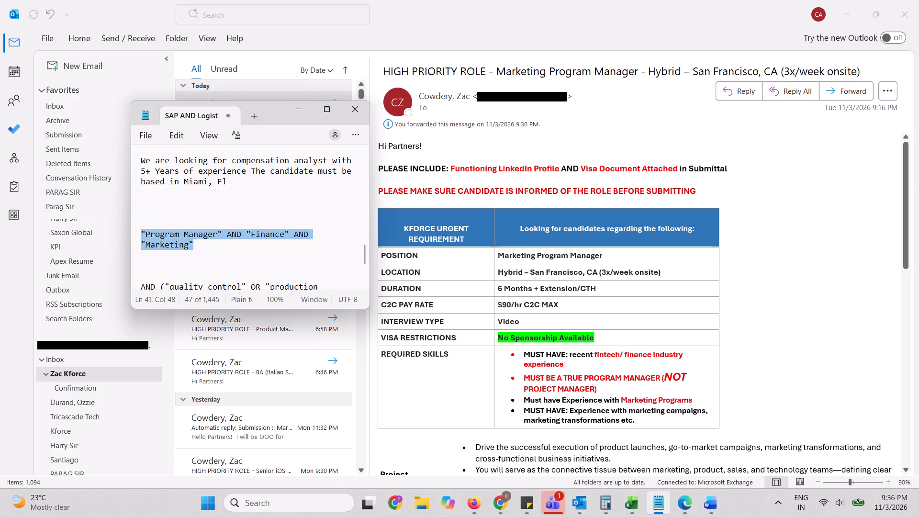
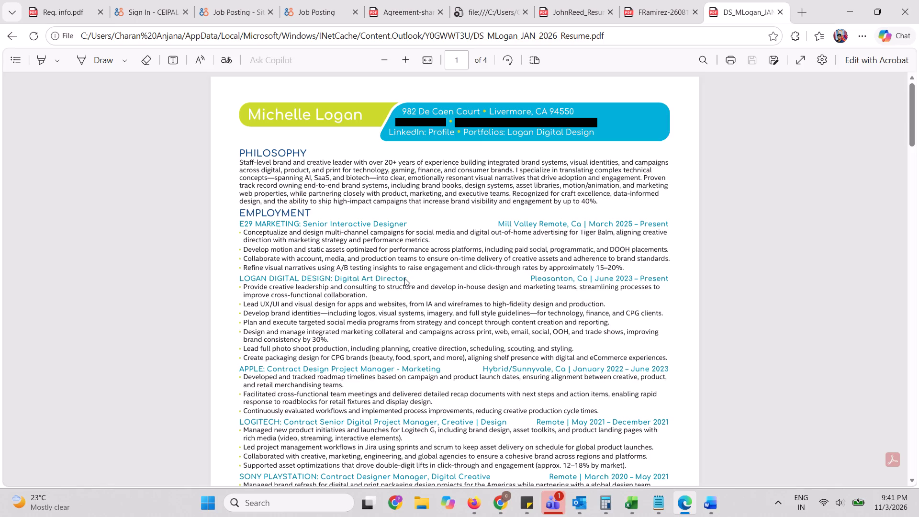
Copy the full text of the open designer resume PDF and submit it in the ChatGPT candidate fit assessment chat.
key("ctrl+a")
key("ctrl+c")
key("ctrl+c")
left_click(500, 498)
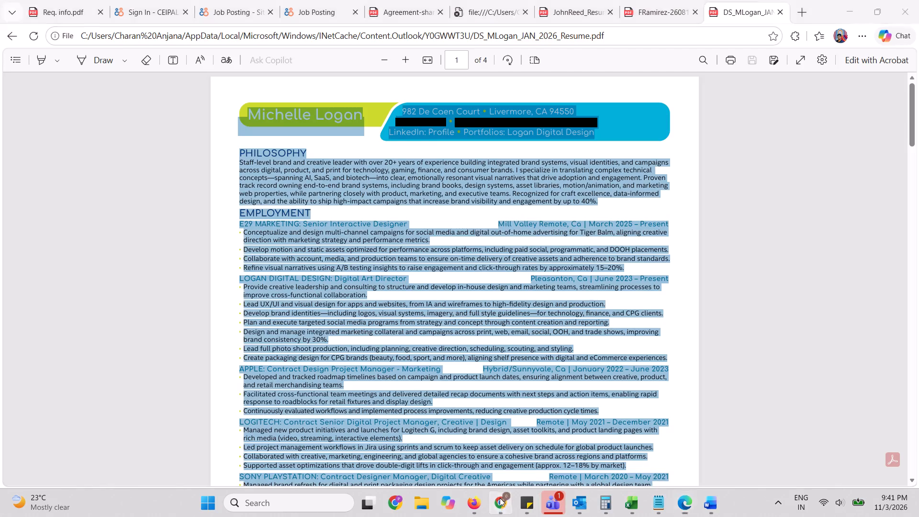
left_click(426, 454)
key("ctrl+v")
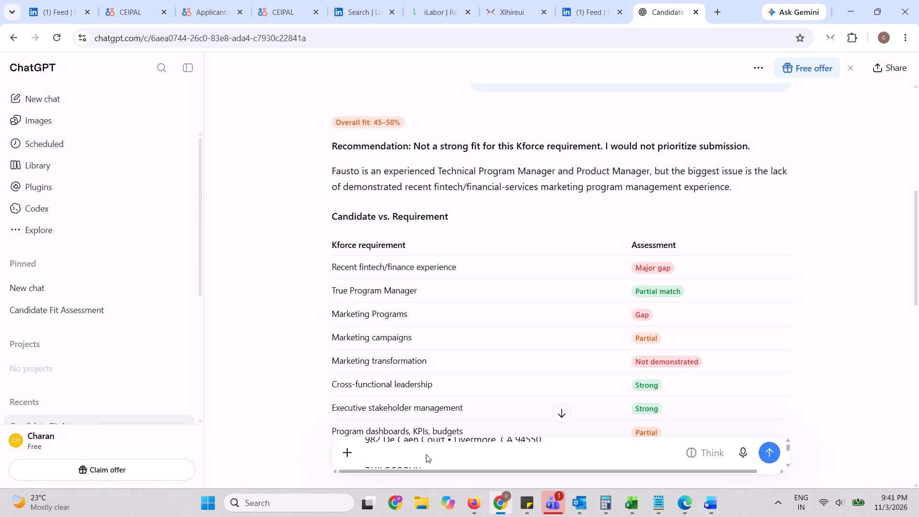
key("Return")
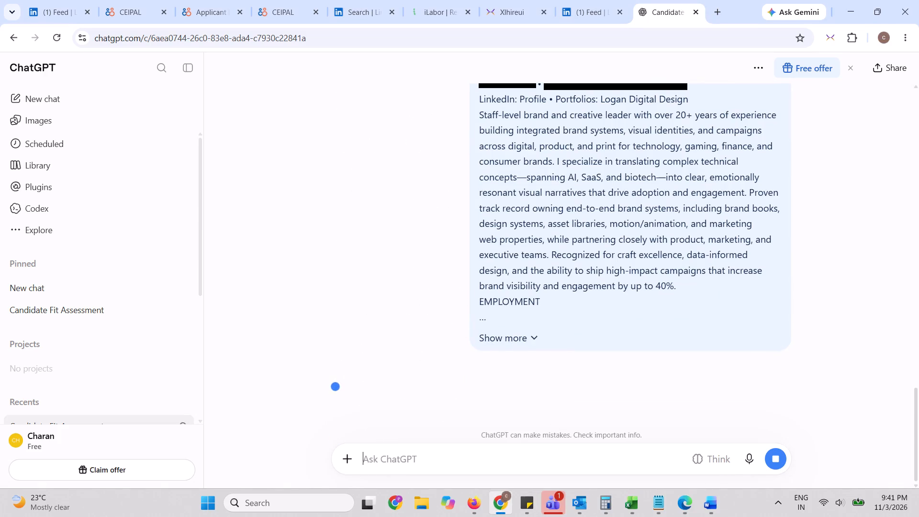
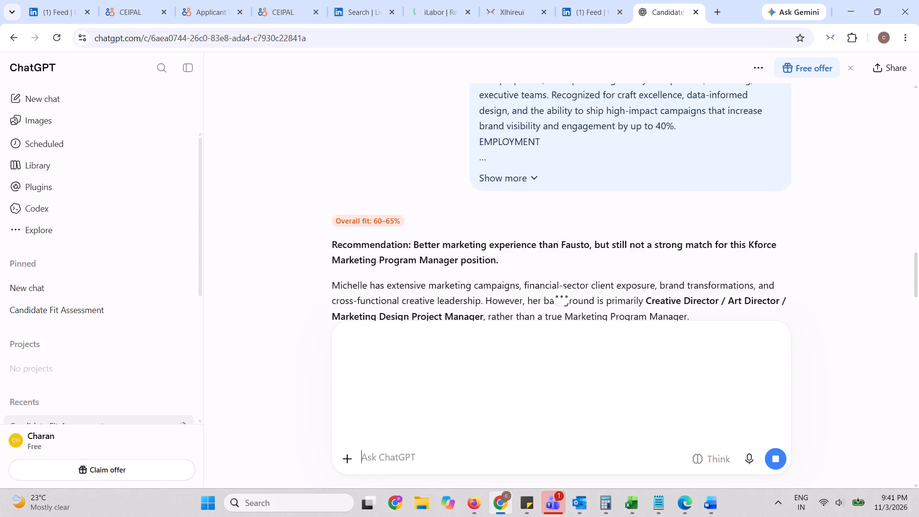
Review ChatGPT's fit assessment of the latest candidate against the Kforce Marketing Program Manager requirements.
scroll(312, 293, "down", 1)
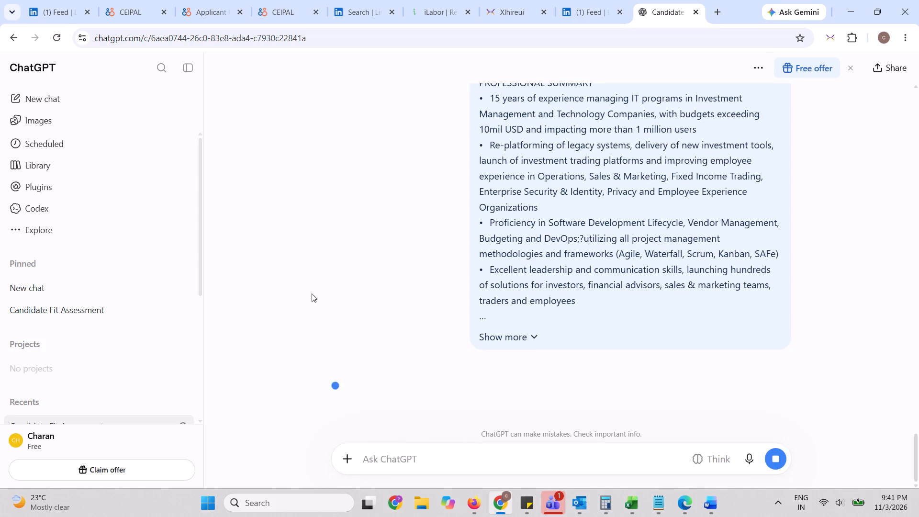
scroll(312, 293, "down", 3)
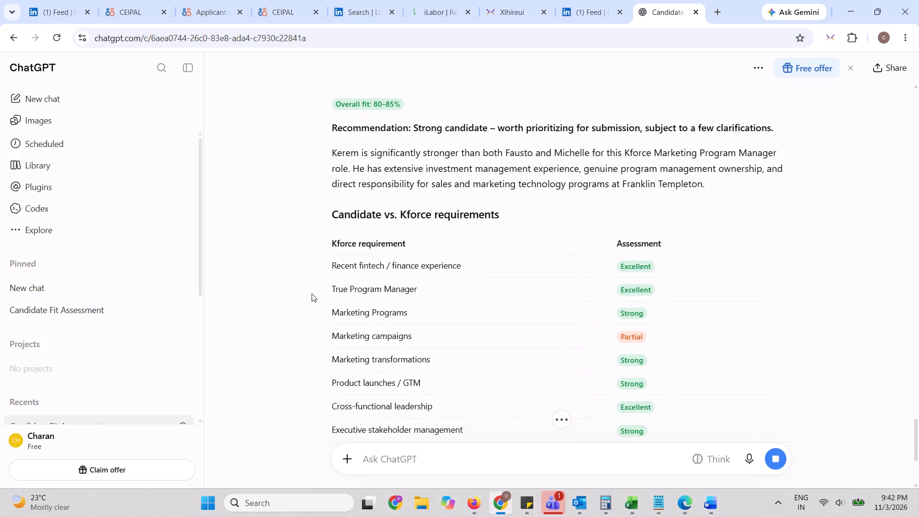
scroll(312, 293, "down", 1)
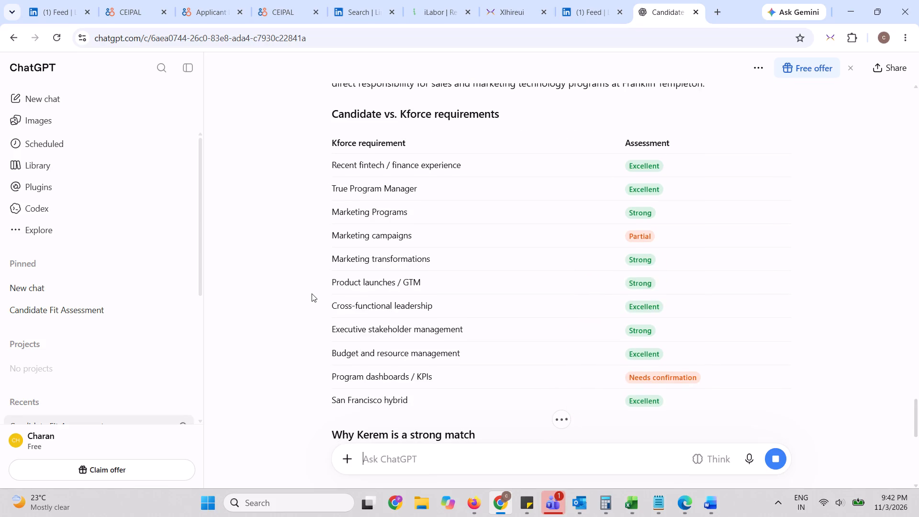
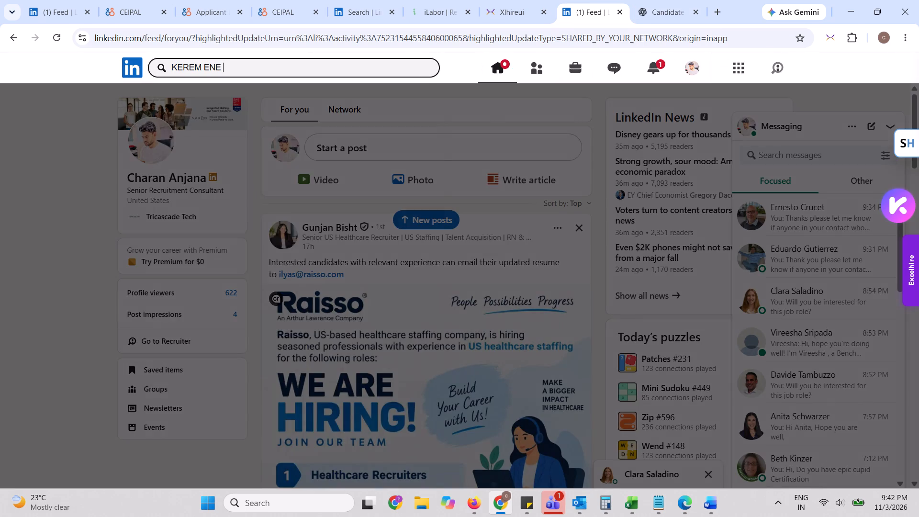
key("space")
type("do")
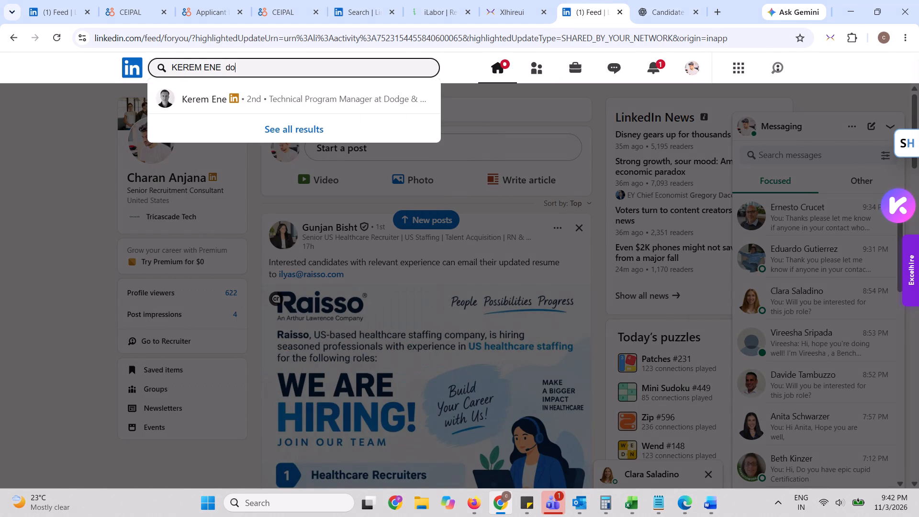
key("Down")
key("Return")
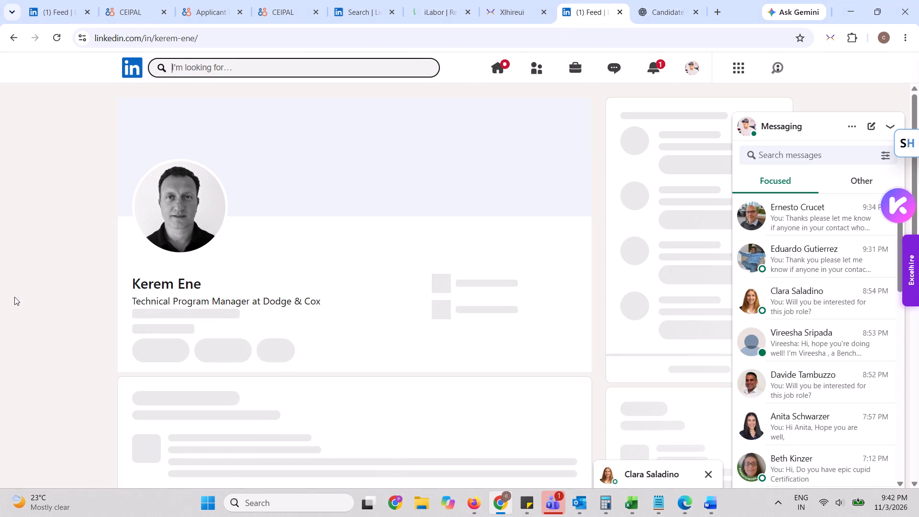
left_click(67, 301)
scroll(67, 301, "down", 3)
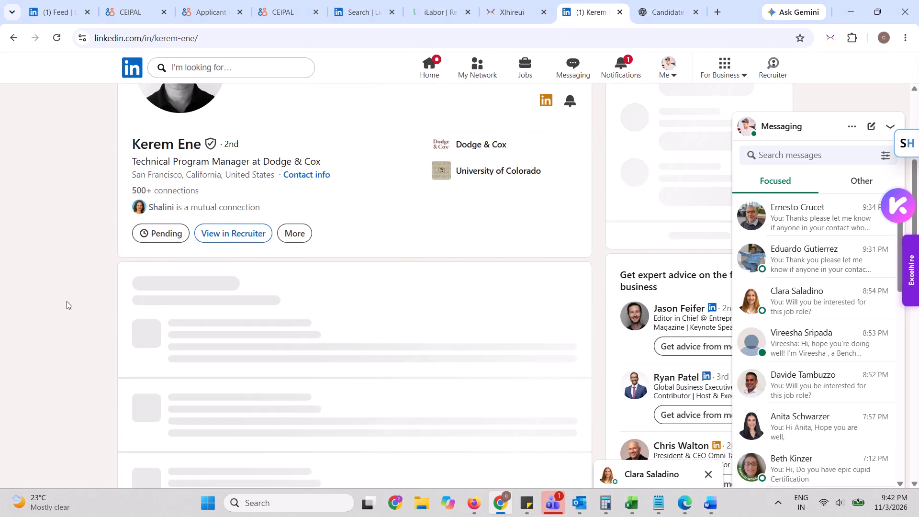
scroll(67, 301, "down", 1)
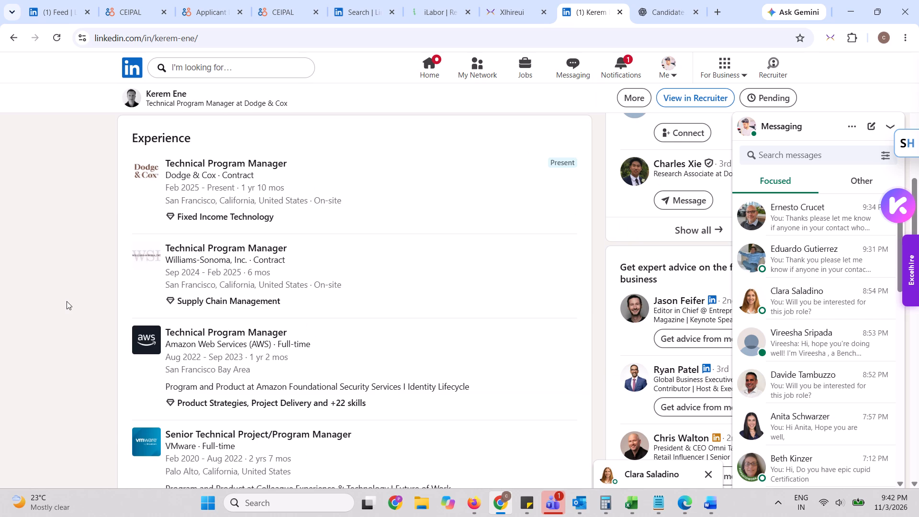
scroll(67, 301, "down", 1)
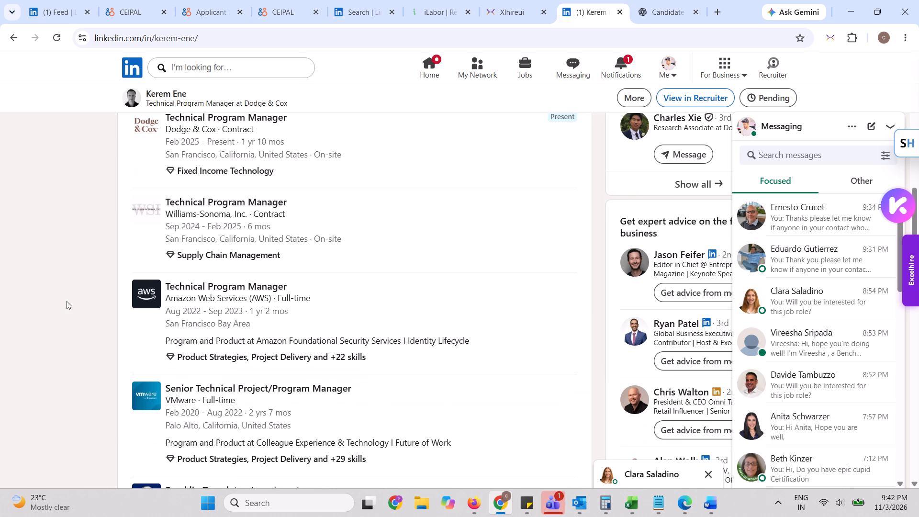
scroll(67, 301, "down", 1)
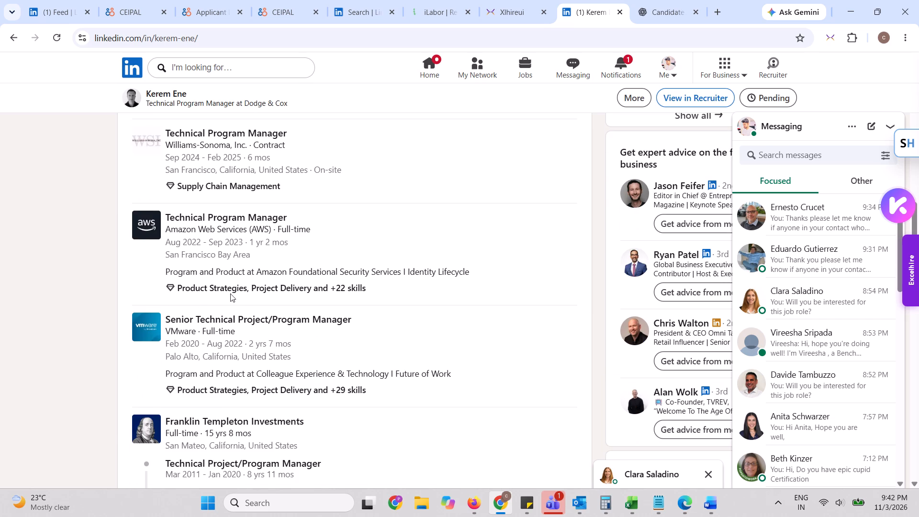
Open the skills associated with the candidate's Technical Program Manager position at Amazon Web Services and read through the list.
left_click(252, 277)
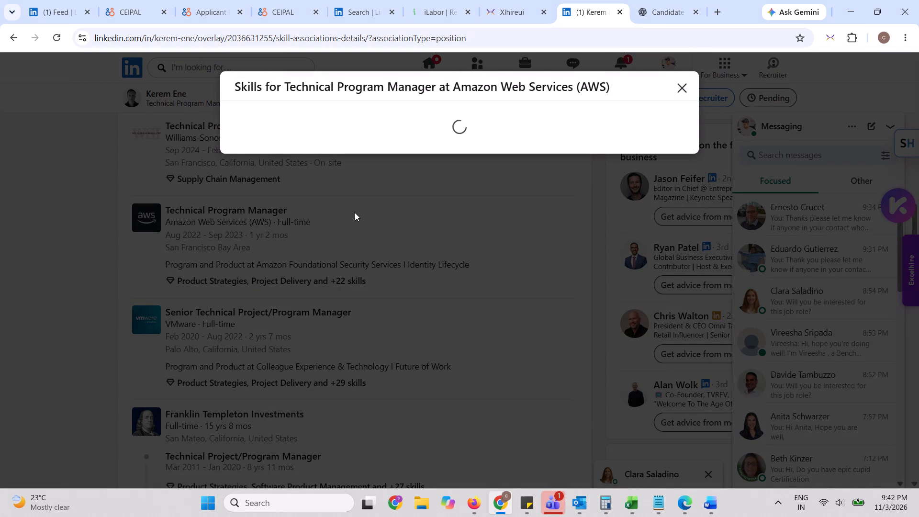
scroll(352, 211, "down", 1)
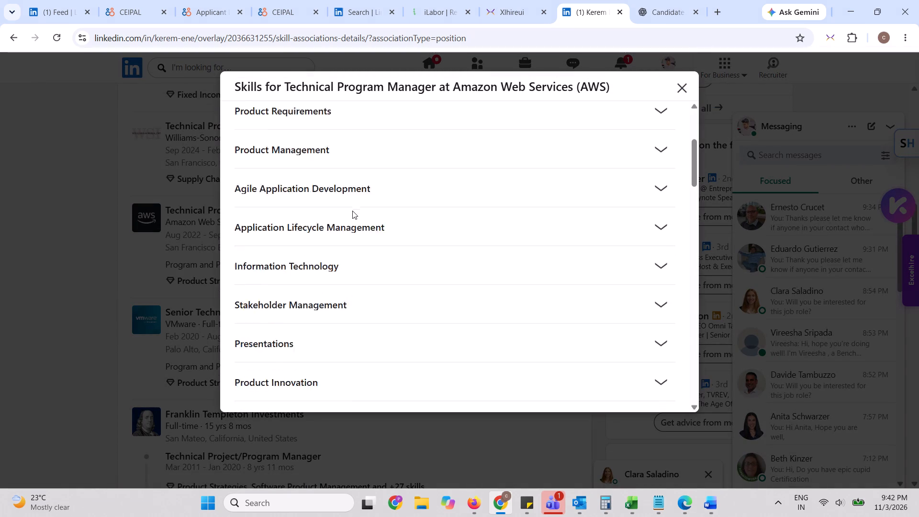
scroll(352, 211, "down", 3)
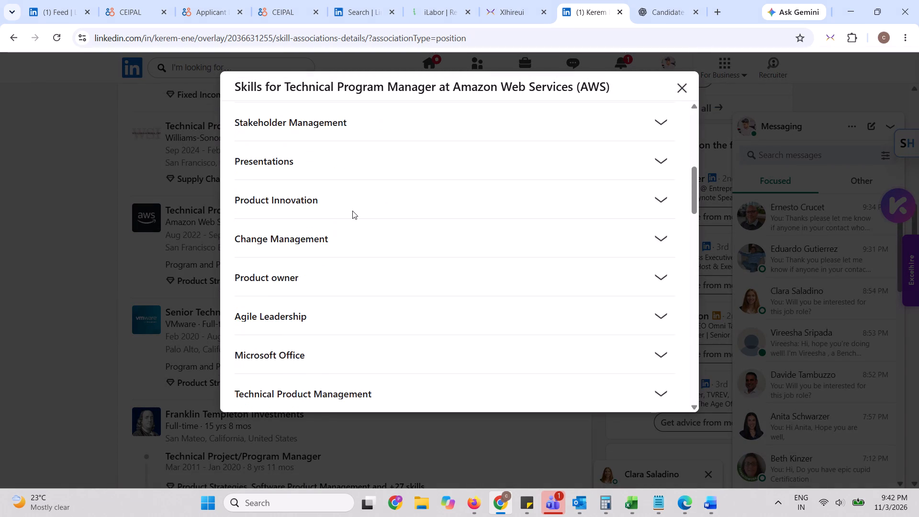
scroll(352, 211, "down", 3)
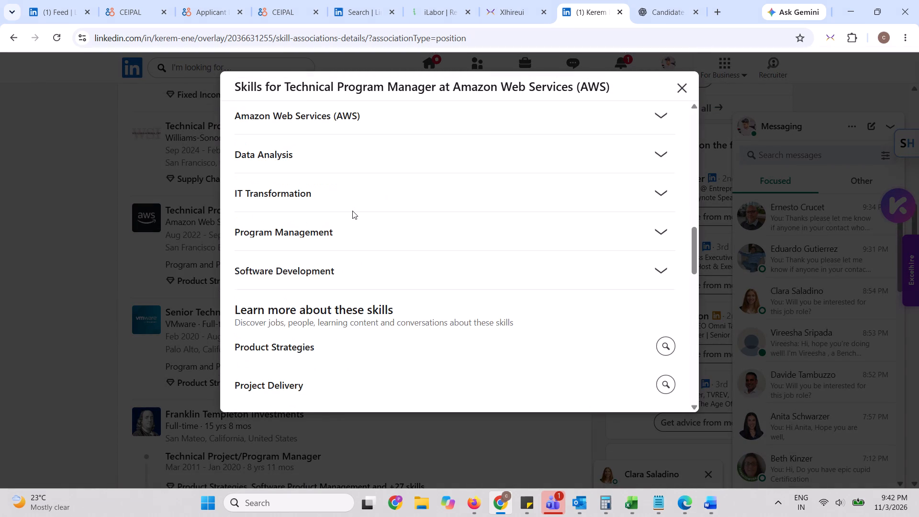